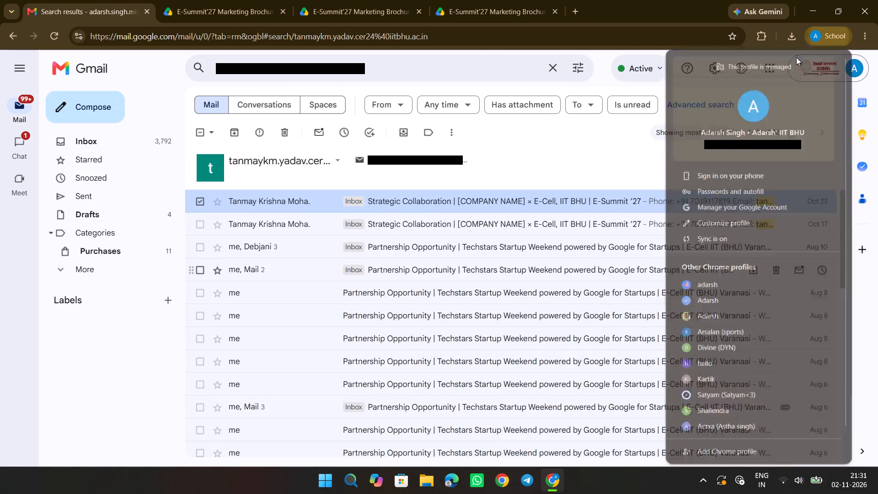
click(699, 285)
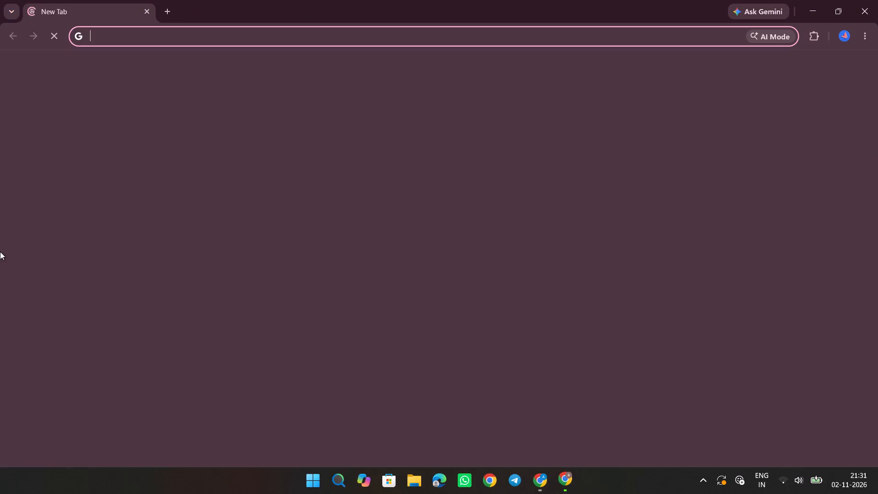
click(280, 209)
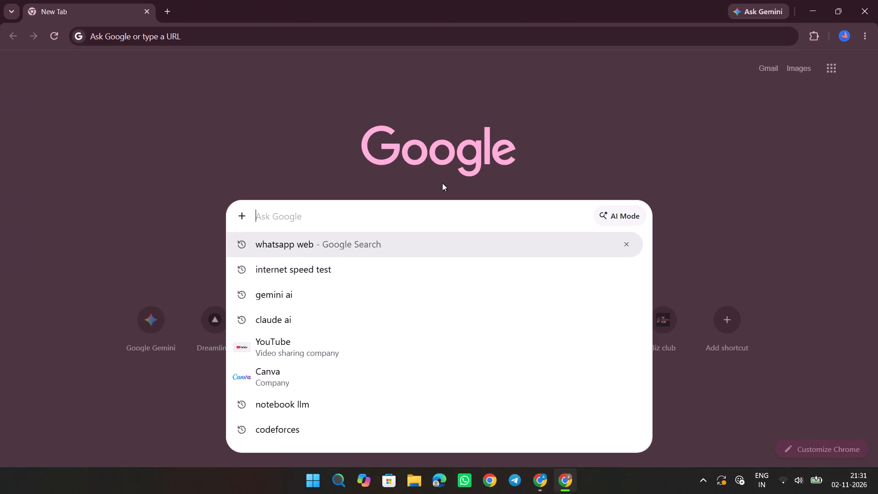
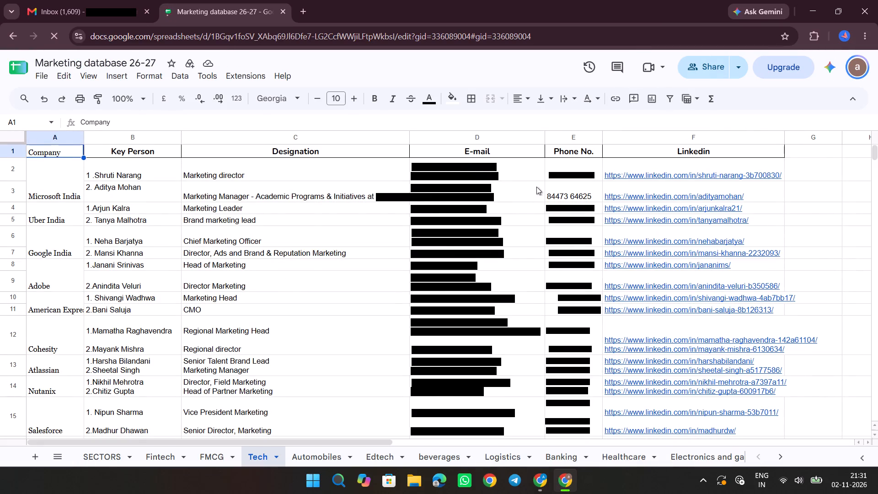
click(734, 188)
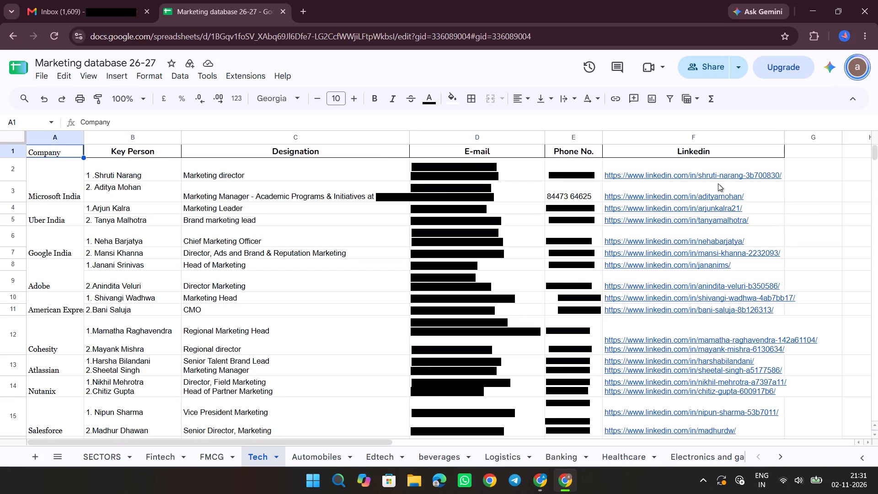
double_click(416, 174)
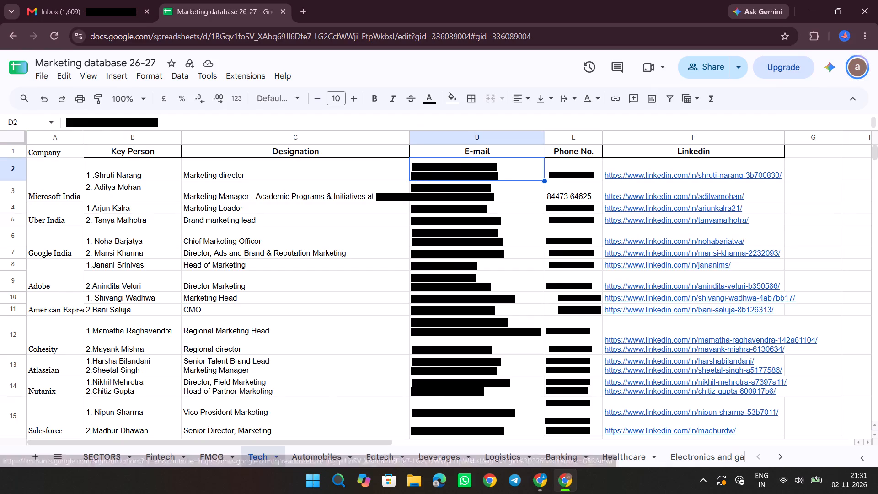
triple_click(416, 174)
key(ctrl+c)
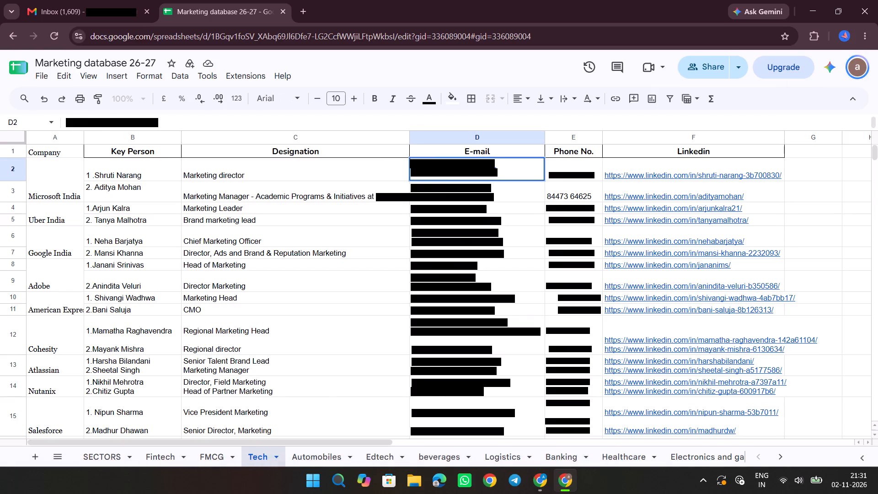
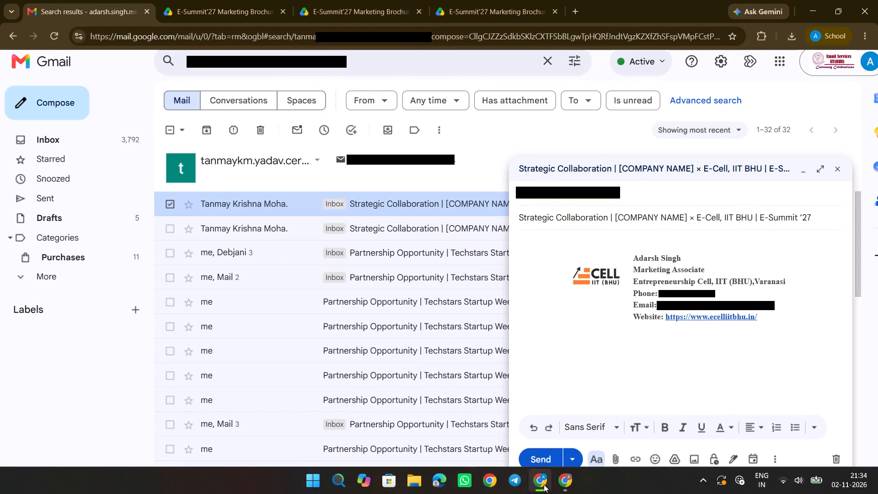
click(561, 484)
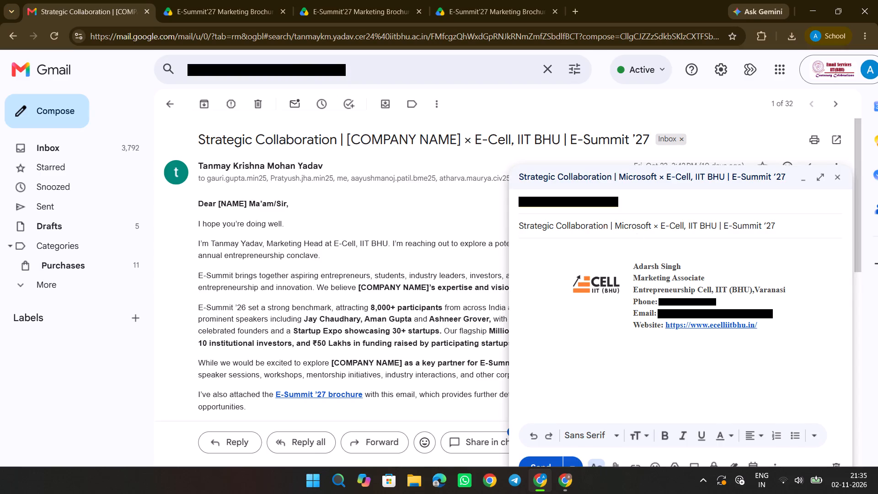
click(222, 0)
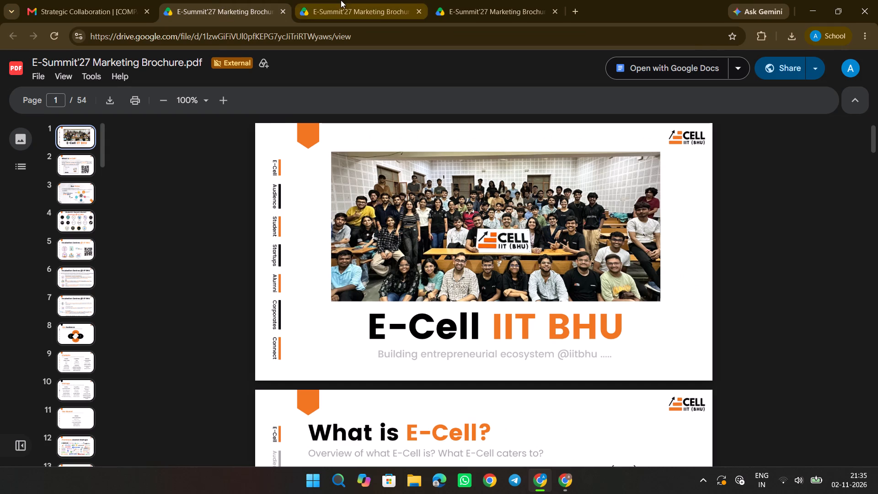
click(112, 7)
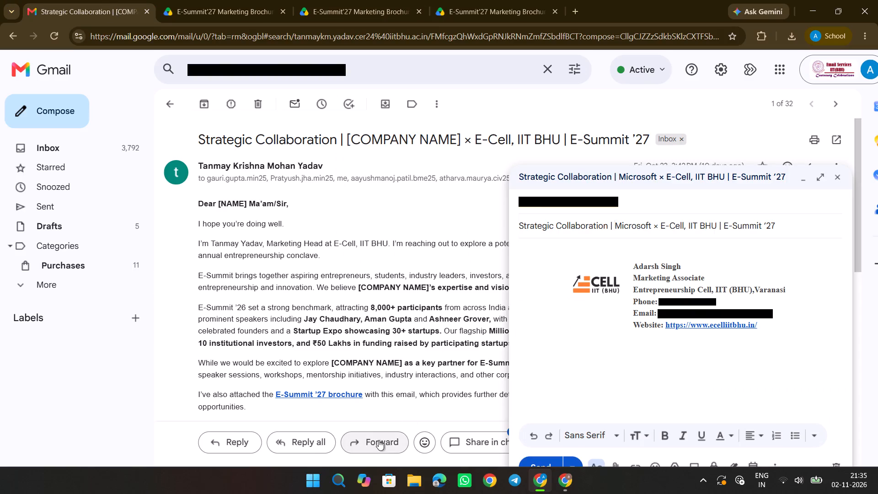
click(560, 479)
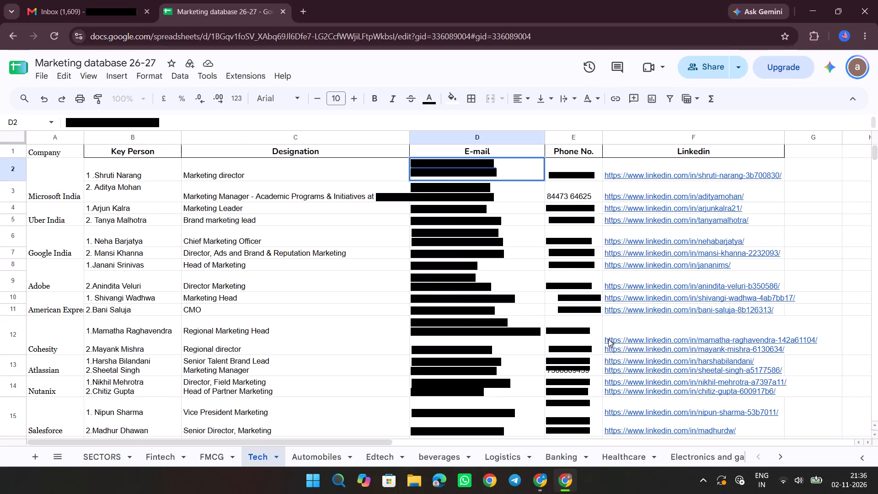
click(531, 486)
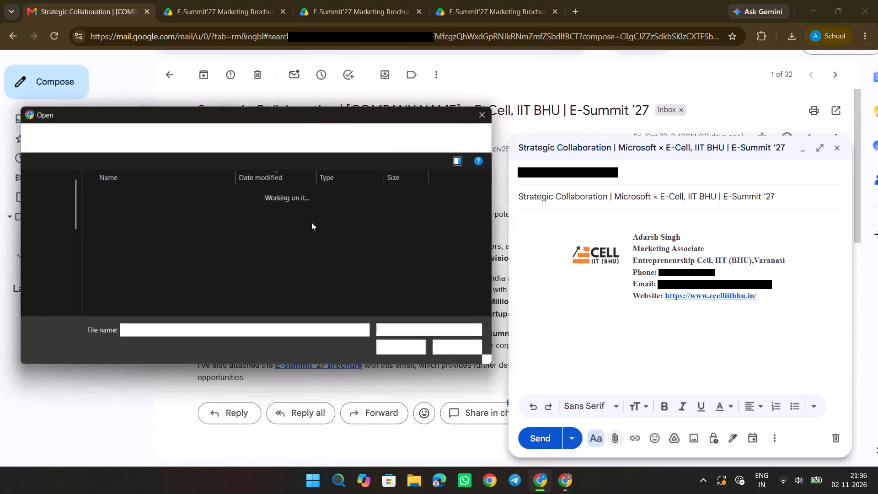
click(136, 140)
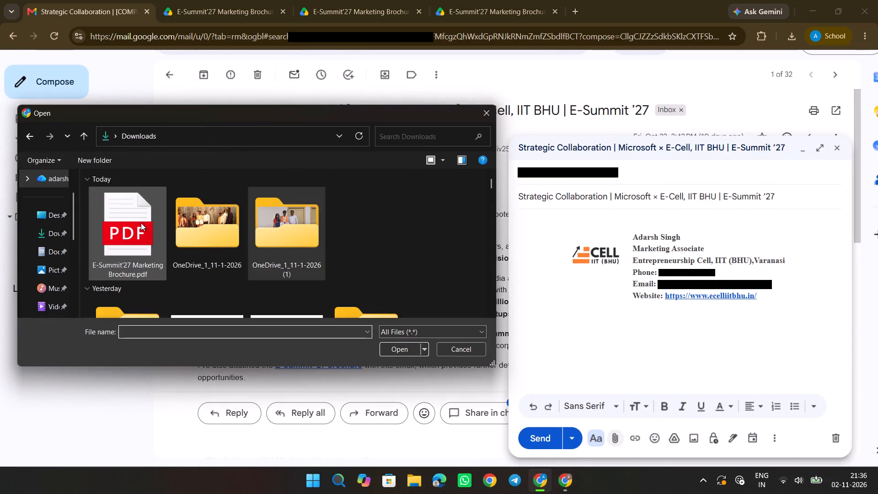
click(126, 216)
click(405, 351)
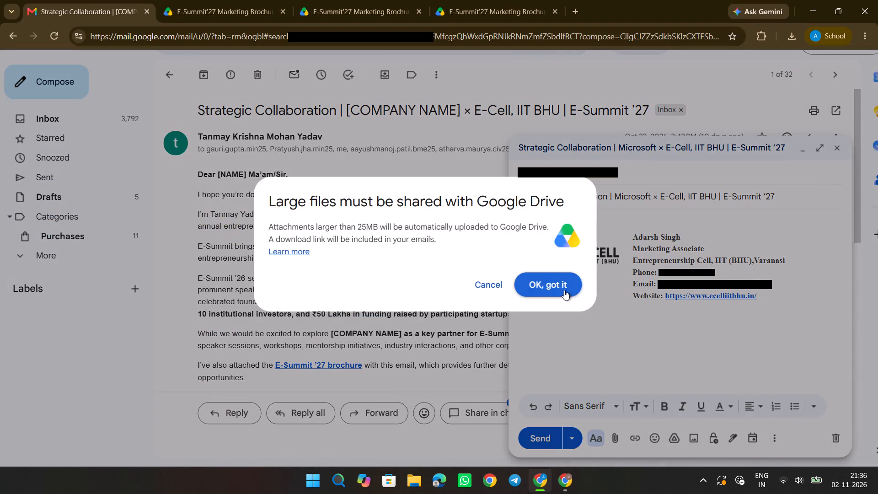
click(564, 290)
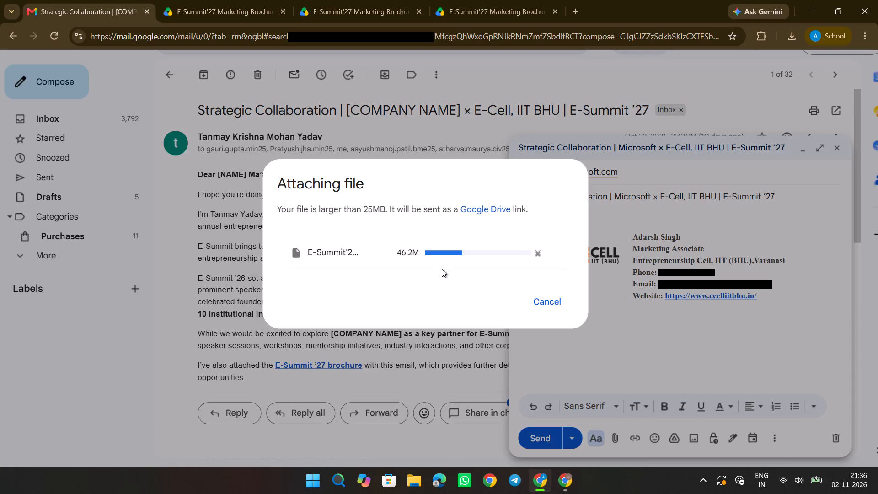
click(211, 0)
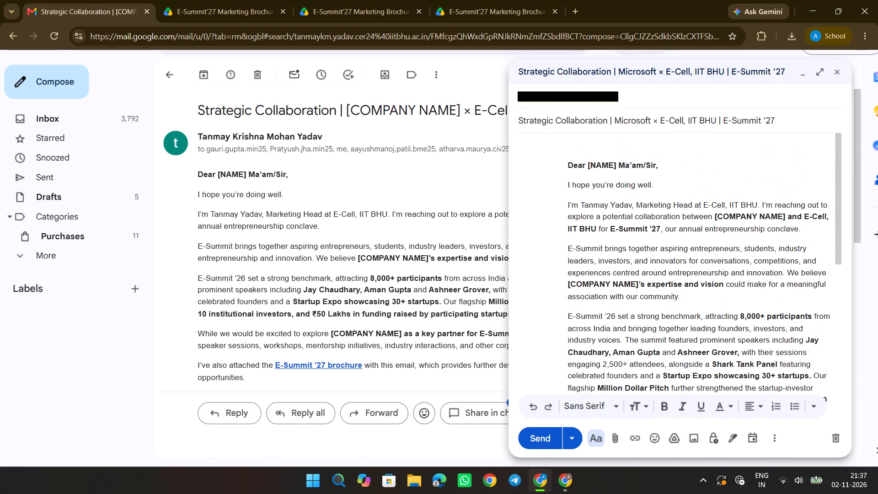
Place the text cursor at the end of the [NAME] placeholder in the Microsoft draft's greeting for editing.
scroll(633, 178, down, 8)
scroll(598, 234, down, 5)
scroll(607, 258, up, 9)
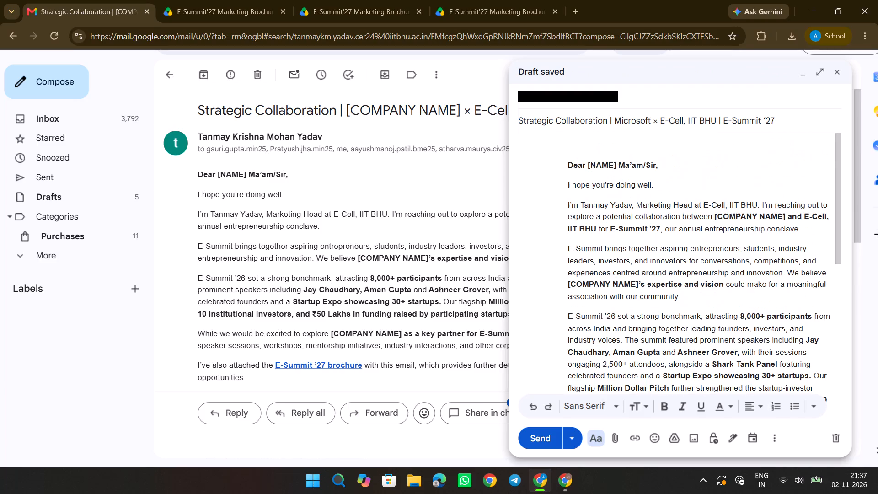
click(614, 163)
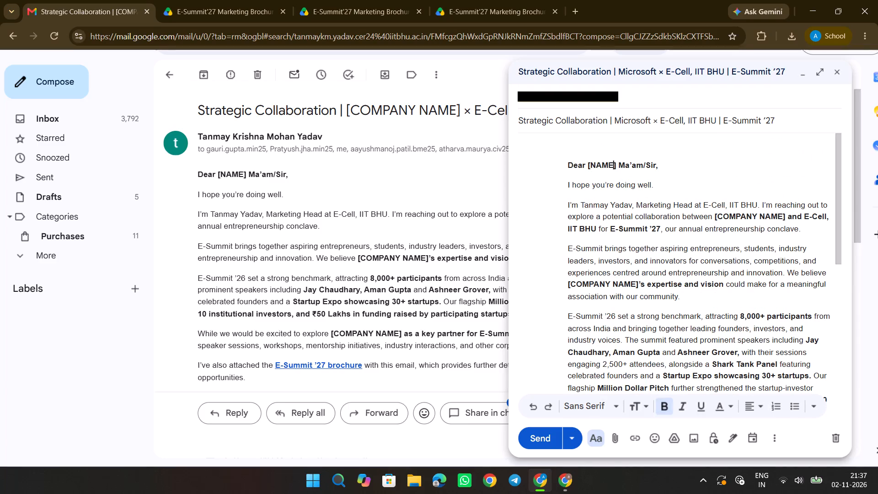
click(616, 165)
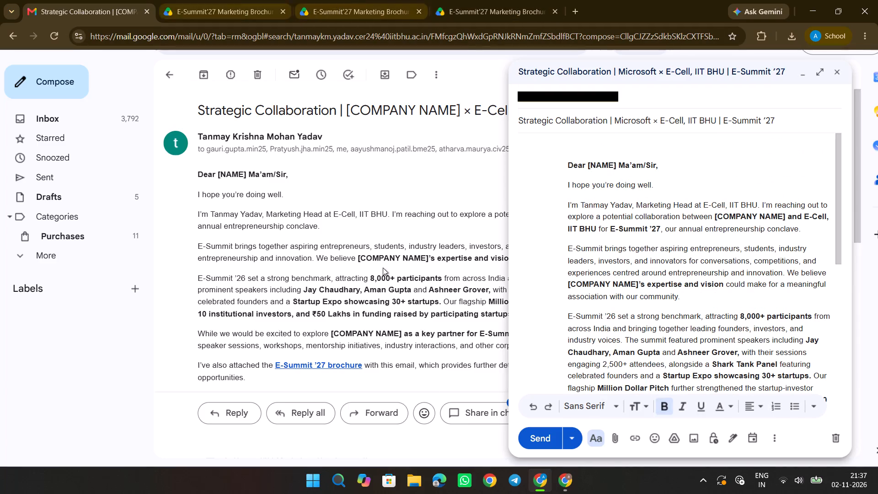
In the Marketing database spreadsheet's Tech sheet, copy the first name of Microsoft India's marketing director from the Key Person column.
click(551, 474)
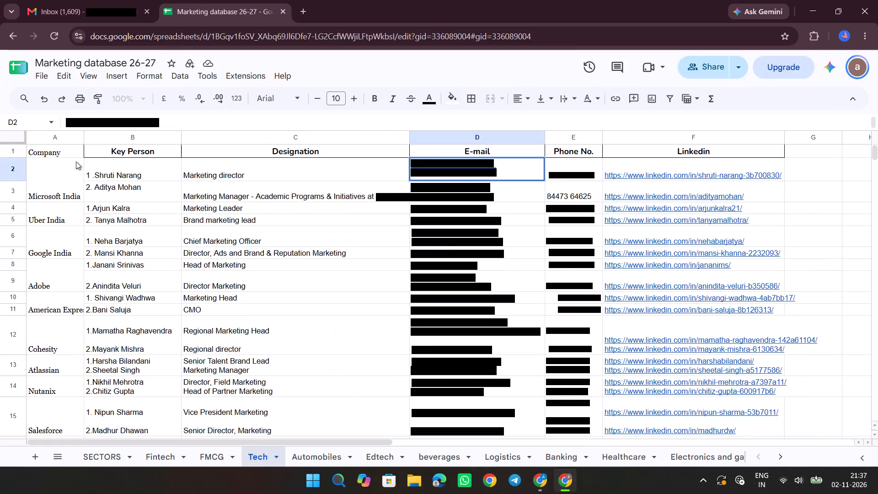
click(96, 174)
double_click(96, 174)
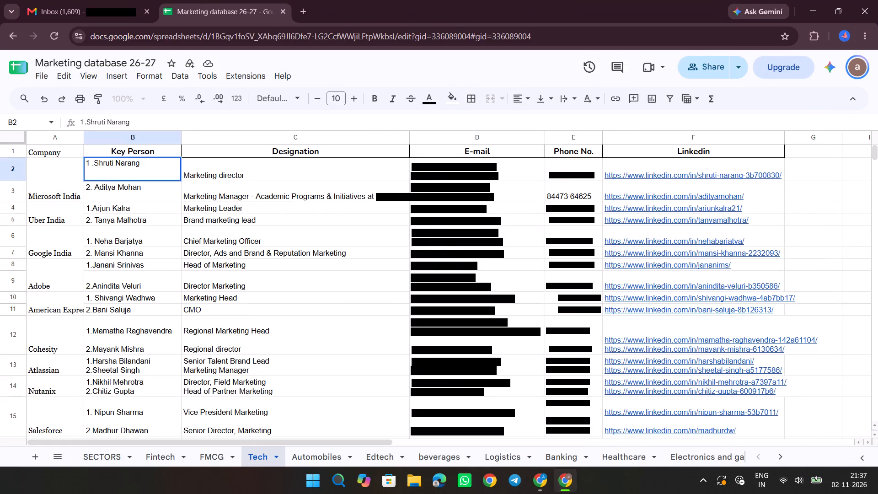
double_click(102, 163)
key(ctrl+c)
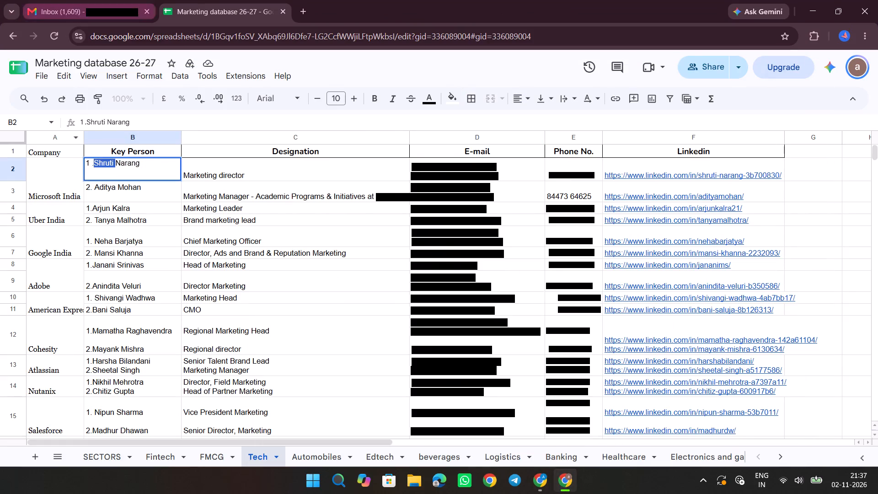
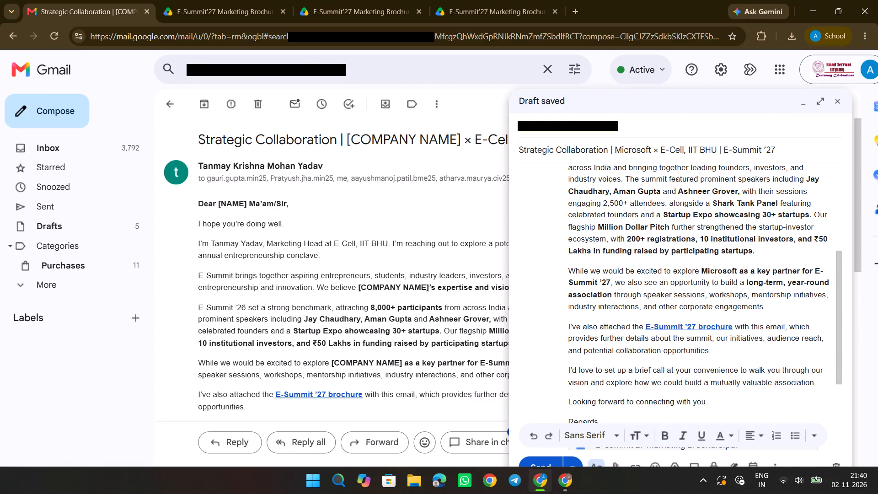
click(628, 296)
scroll(626, 297, down, 2)
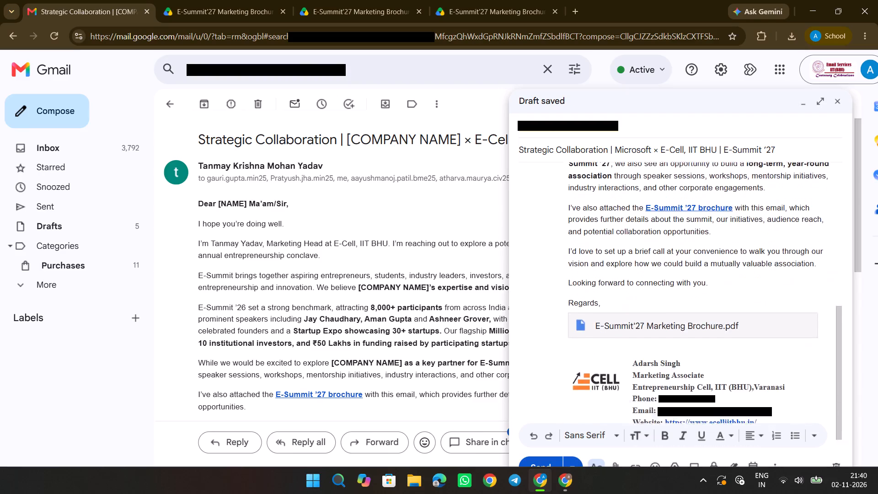
scroll(626, 298, up, 1)
click(676, 283)
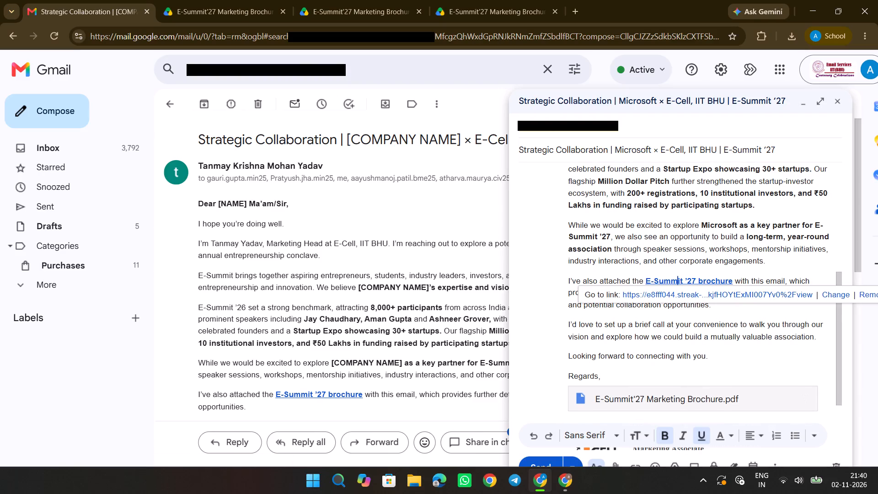
click(662, 296)
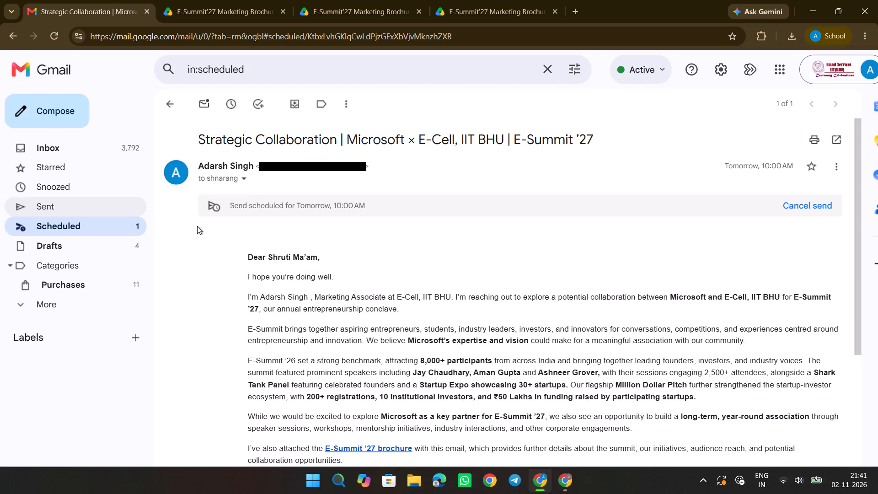
Review the rest of the scheduled Microsoft collaboration email, down to the attached brochure and signature.
scroll(203, 214, down, 5)
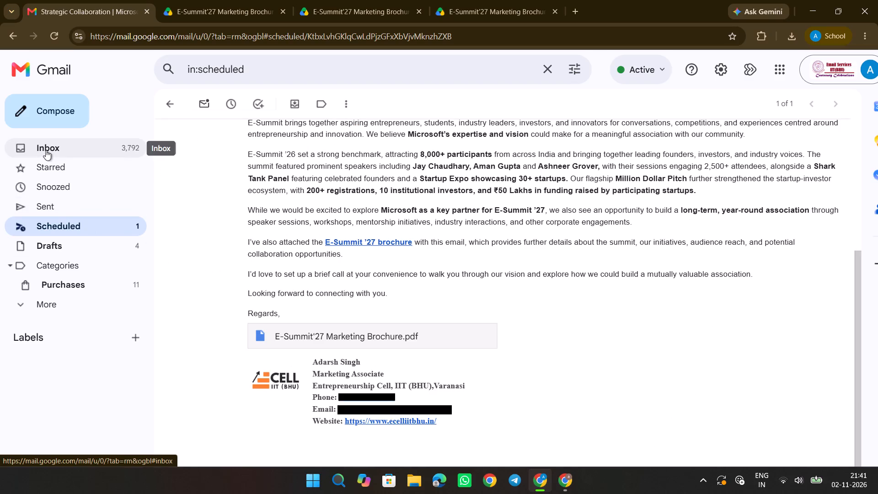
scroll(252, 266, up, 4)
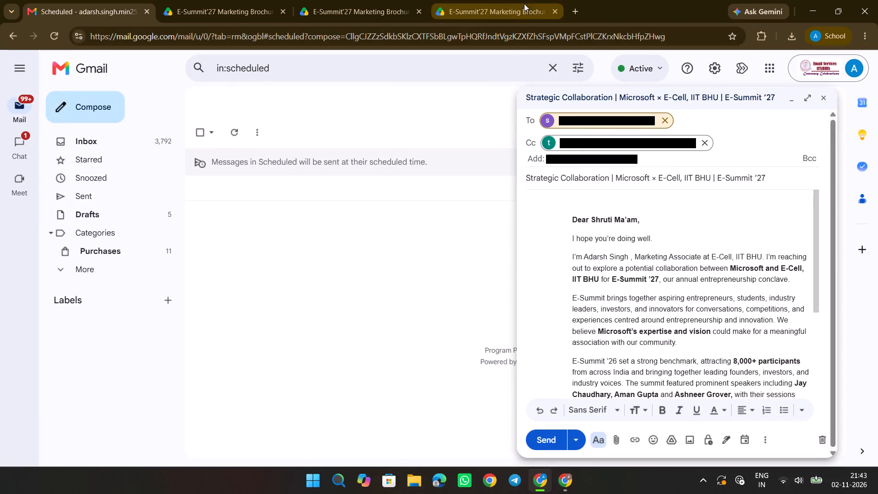
Open Gmail in a new browser tab.
click(569, 4)
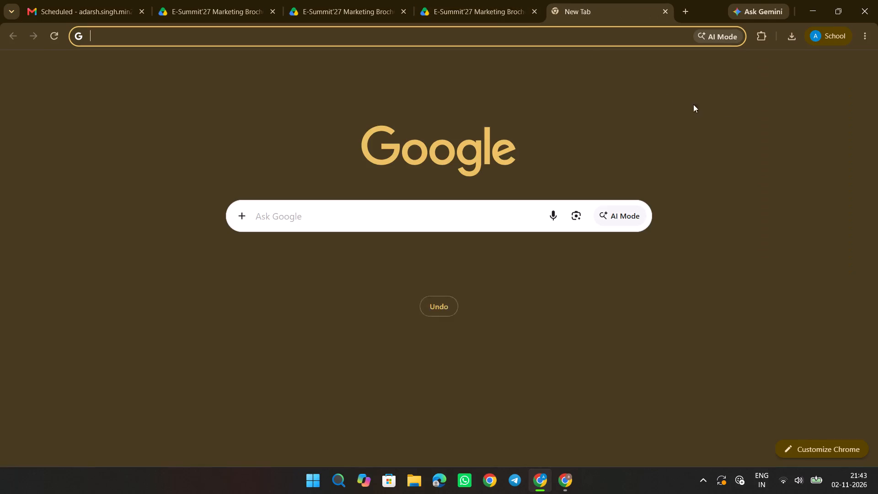
click(771, 68)
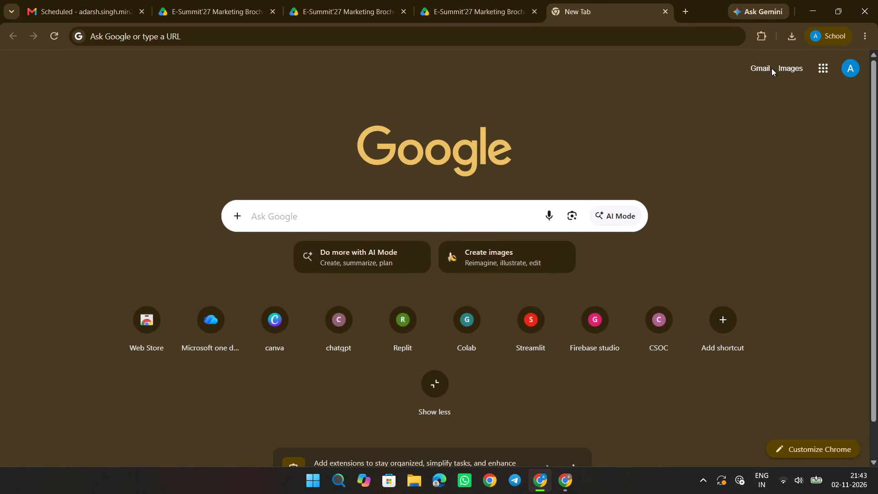
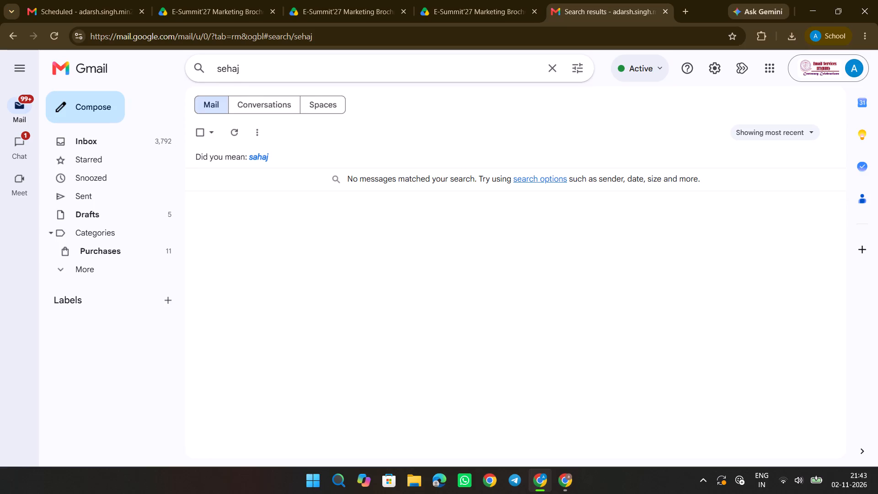
Clear the query from the mail search box.
key(BackSpace)
key(BackSpace)
key(BackSpace)
key(BackSpace)
key(BackSpace)
key(BackSpace)
key(BackSpace)
key(BackSpace)
key(BackSpace)
key(BackSpace)
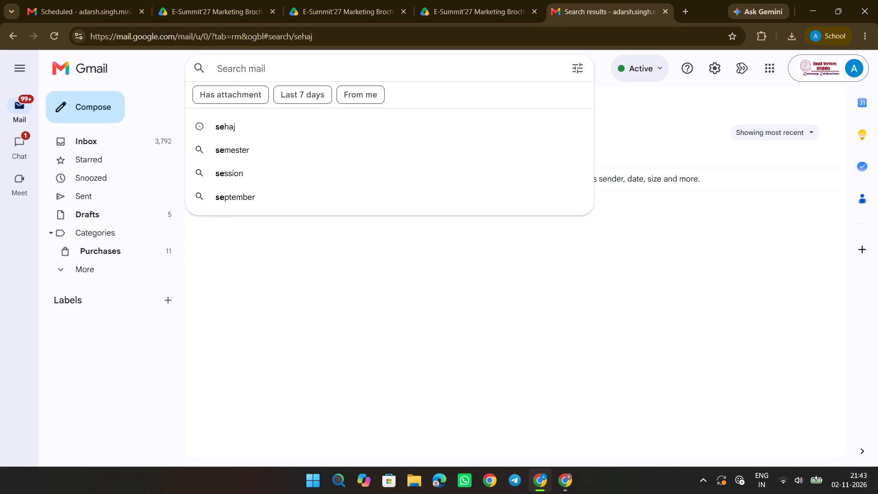
Switch to the Marketing database 26-27 spreadsheet and check which Google account is signed in there.
click(252, 0)
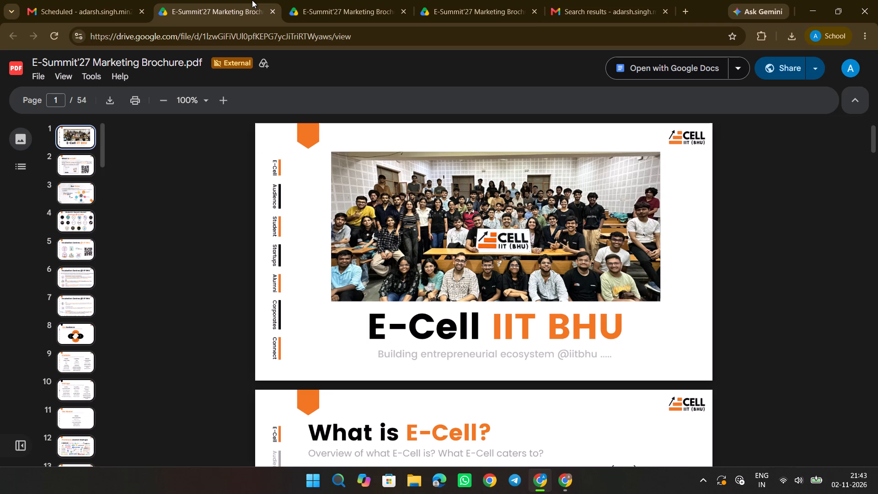
click(371, 0)
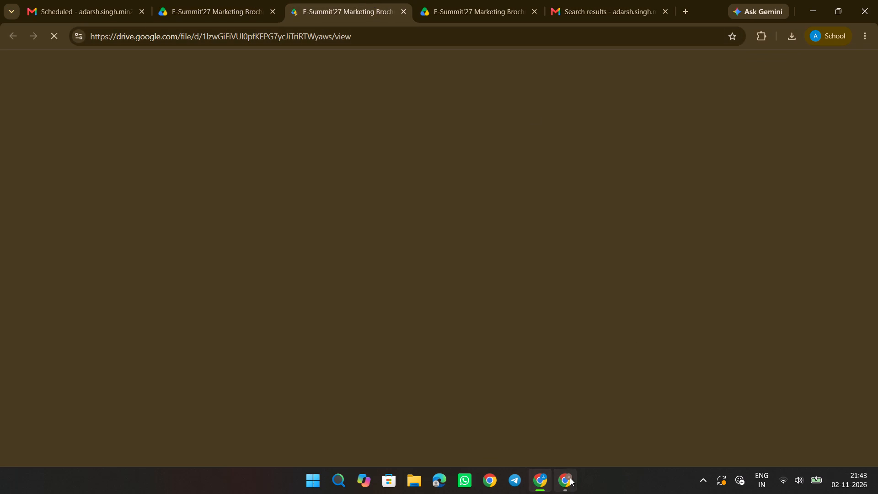
click(570, 478)
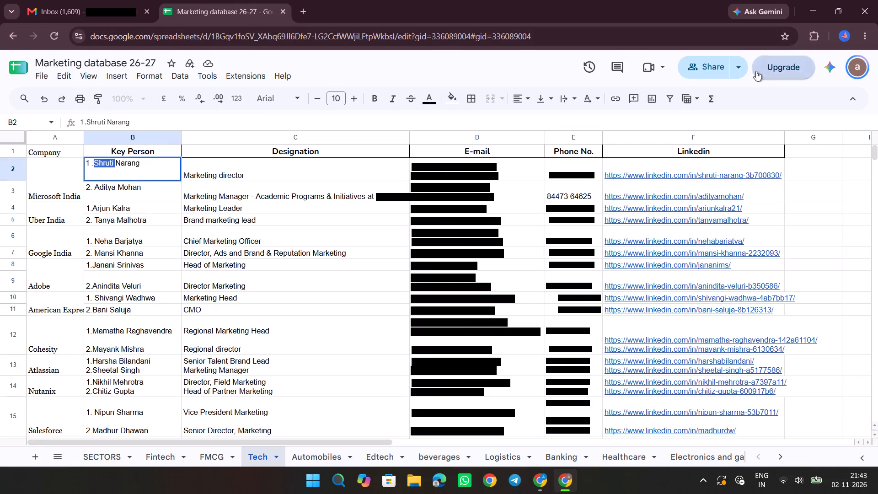
click(869, 74)
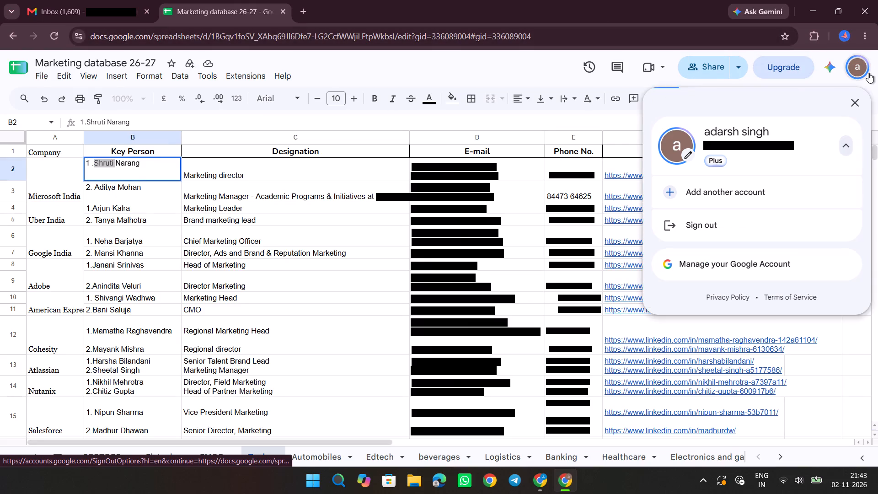
click(868, 73)
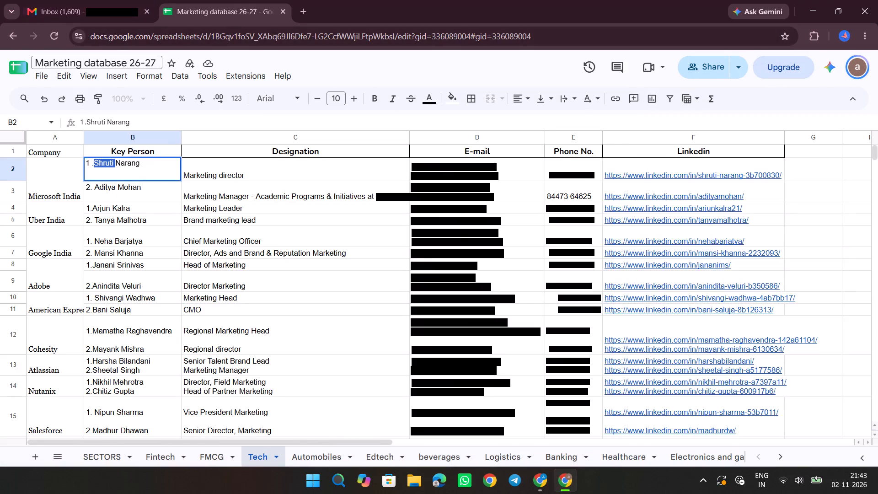
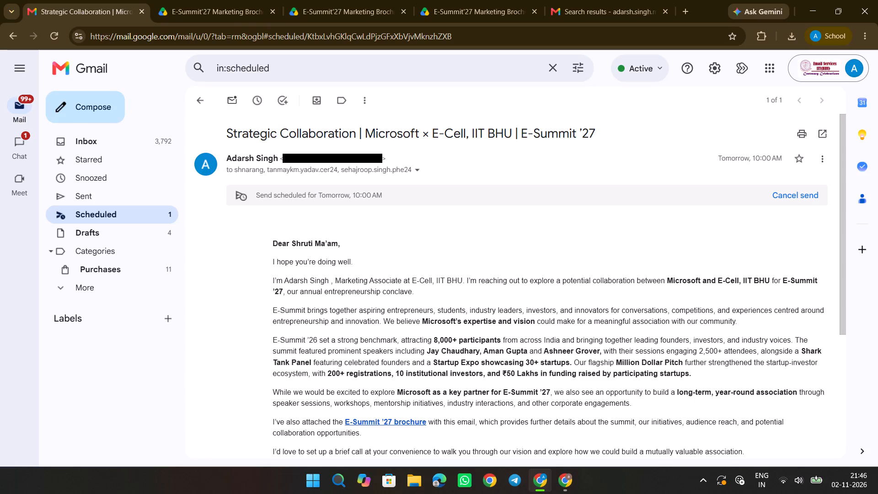
Check the body of the scheduled Microsoft collaboration email again, down to the attached E-Summit'27 brochure.
scroll(367, 263, down, 1)
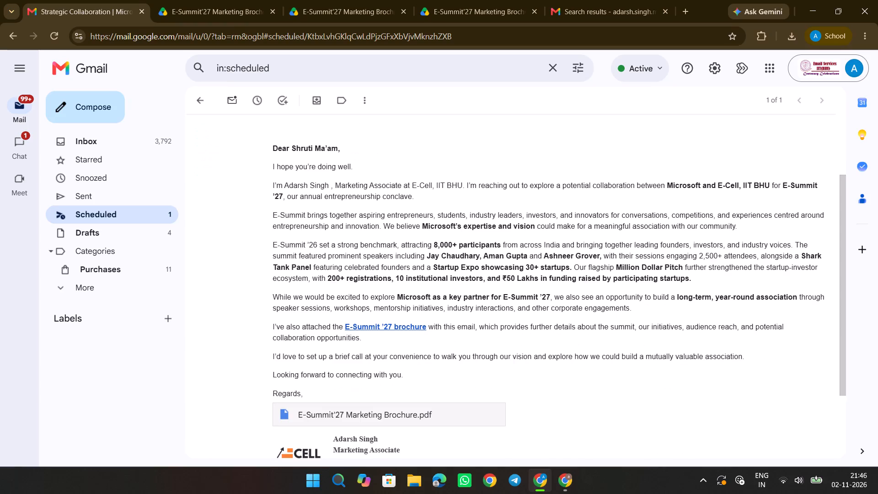
Recheck the scheduled Microsoft collaboration email from header to signature, and open its attached E-Summit'27 Marketing Brochure.
scroll(367, 263, up, 1)
scroll(367, 263, down, 1)
scroll(406, 335, up, 3)
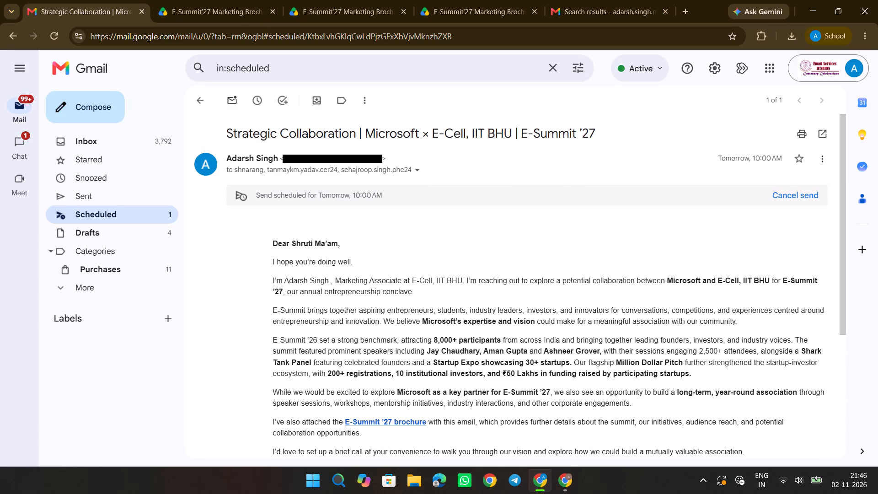
scroll(420, 143, down, 2)
scroll(412, 245, down, 2)
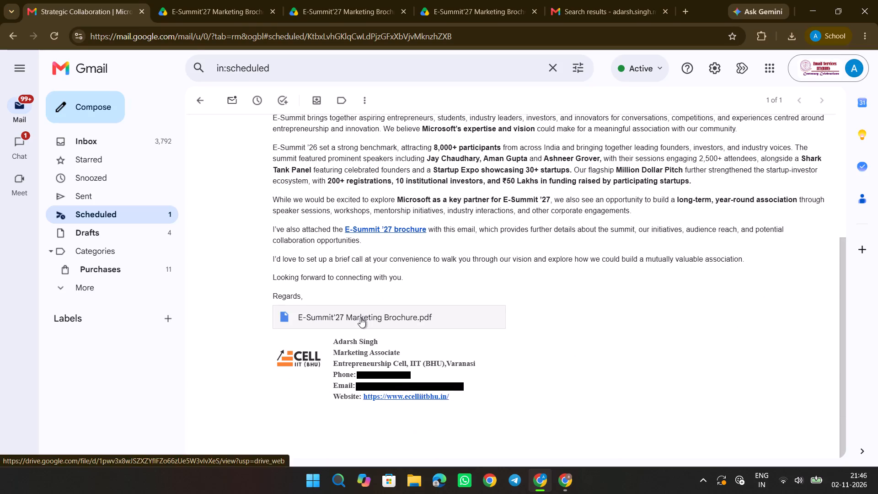
click(360, 317)
Close three of the open E-Summit'27 Marketing Brochure tabs, including the newly opened one, keeping a single brochure tab.
middle_click(206, 6)
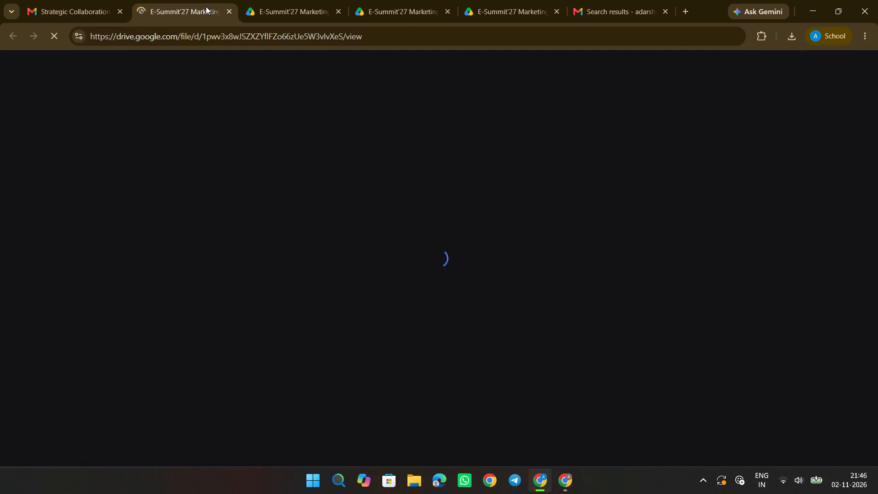
middle_click(206, 6)
middle_click(206, 6)
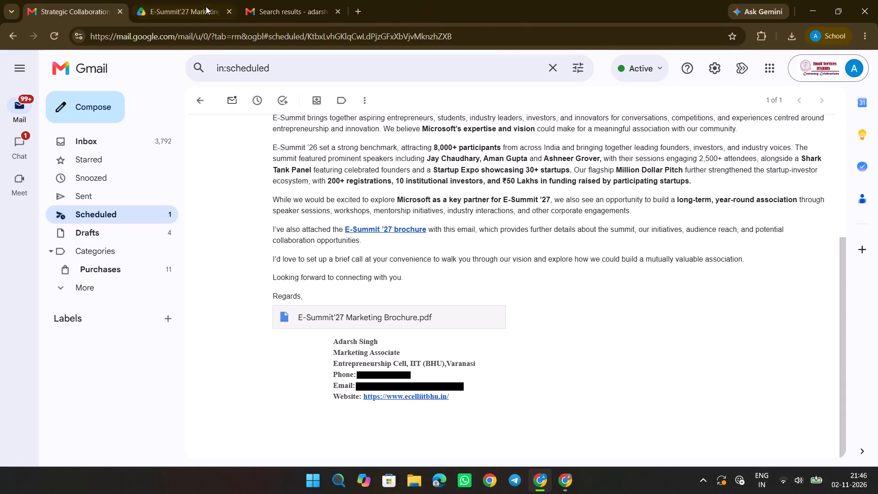
Start a new blank email for the next collaboration message.
scroll(278, 323, up, 5)
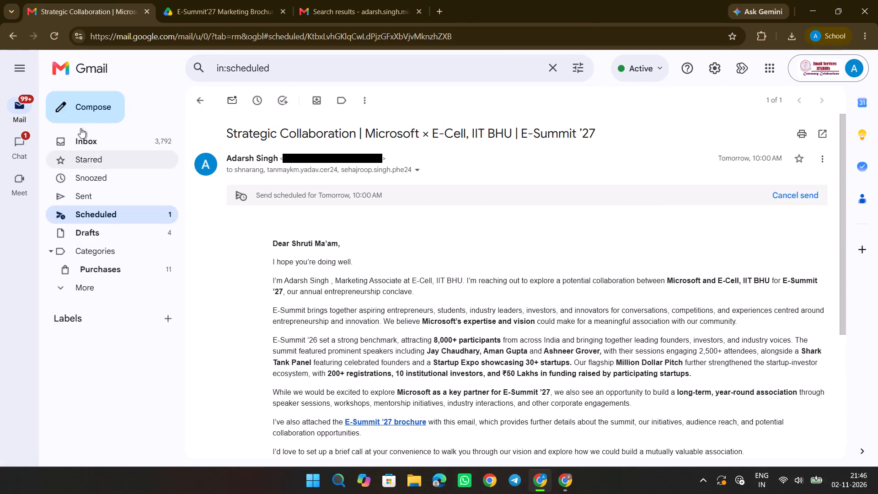
click(114, 101)
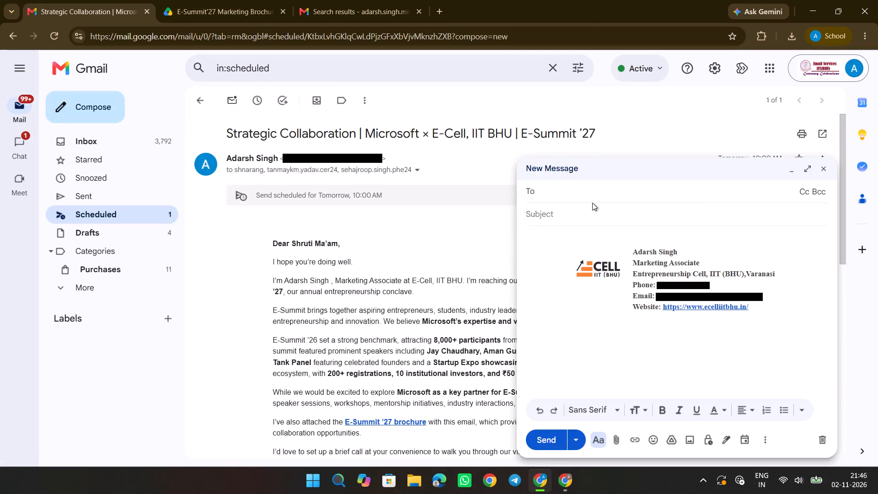
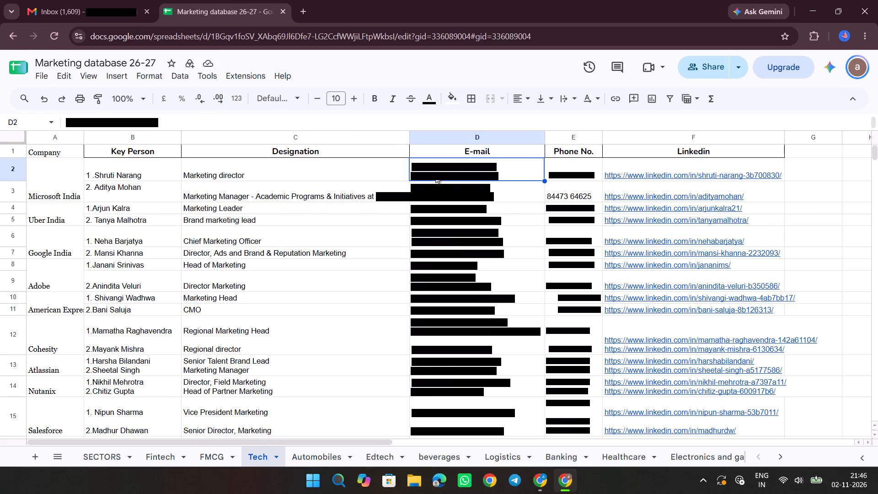
Open the e-mail cell of Microsoft India's second contact, the Academic Programs & Initiatives marketing manager, to access its address text.
double_click(428, 197)
double_click(428, 197)
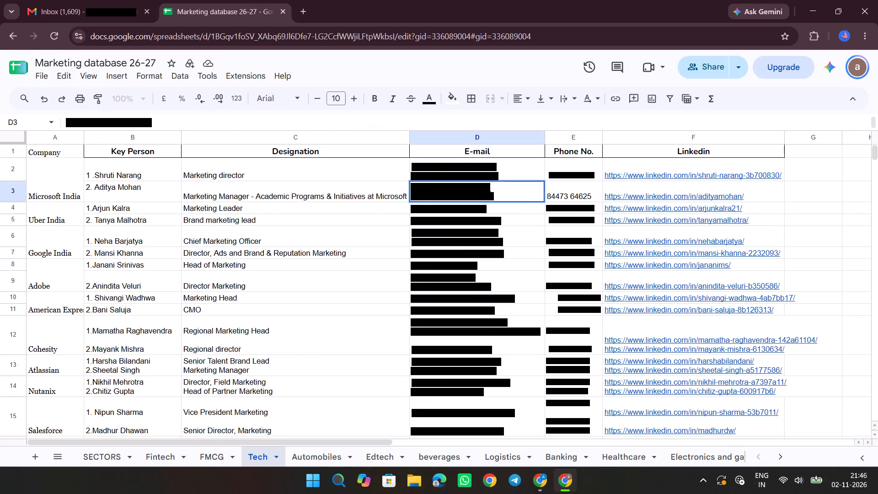
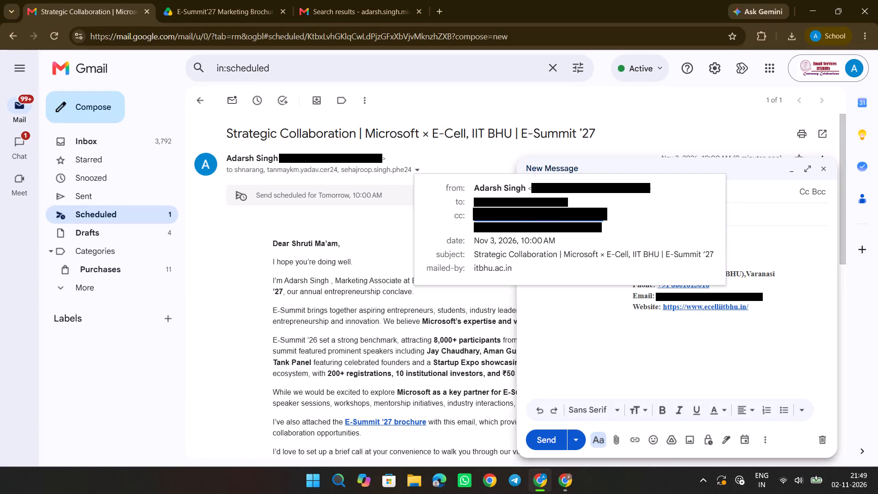
Copy the first Cc address from the recipient details of the scheduled Microsoft collaboration email.
drag(603, 215, 602, 214)
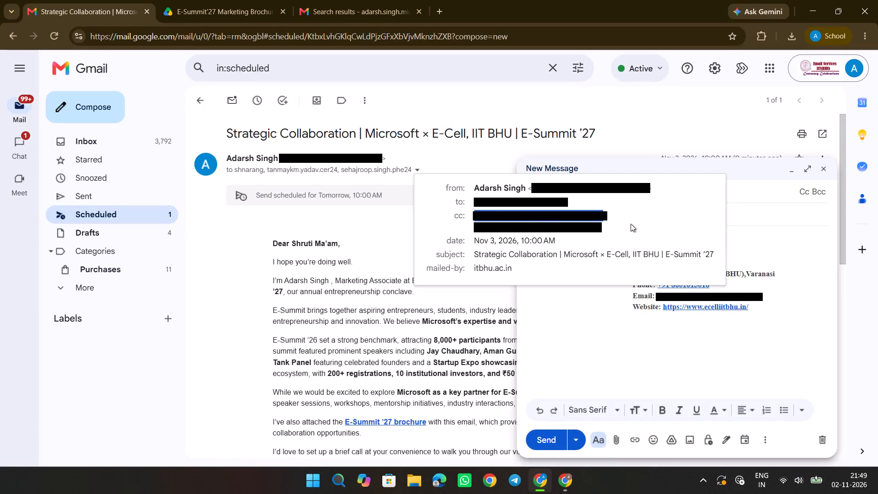
key(ctrl+c)
click(601, 235)
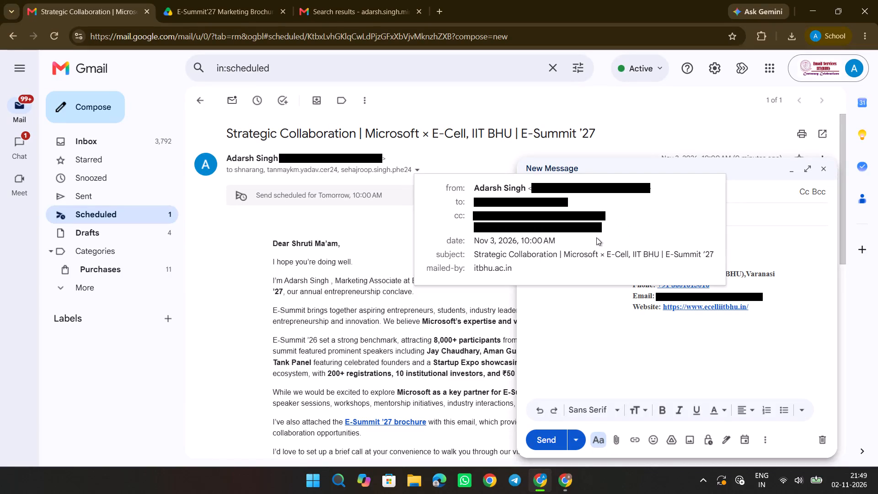
Copy the second Cc address from the scheduled Microsoft email's recipient details.
drag(600, 227, 473, 230)
click(492, 229)
drag(475, 226, 474, 226)
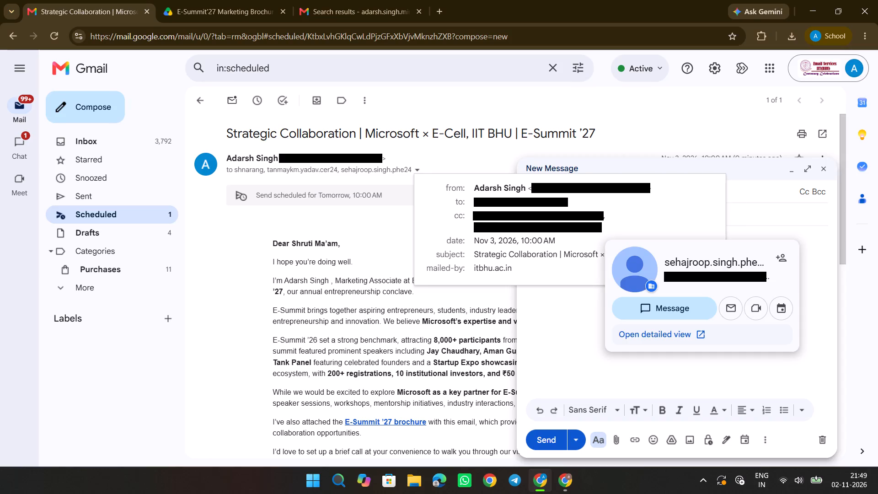
drag(474, 226, 604, 231)
click(608, 224)
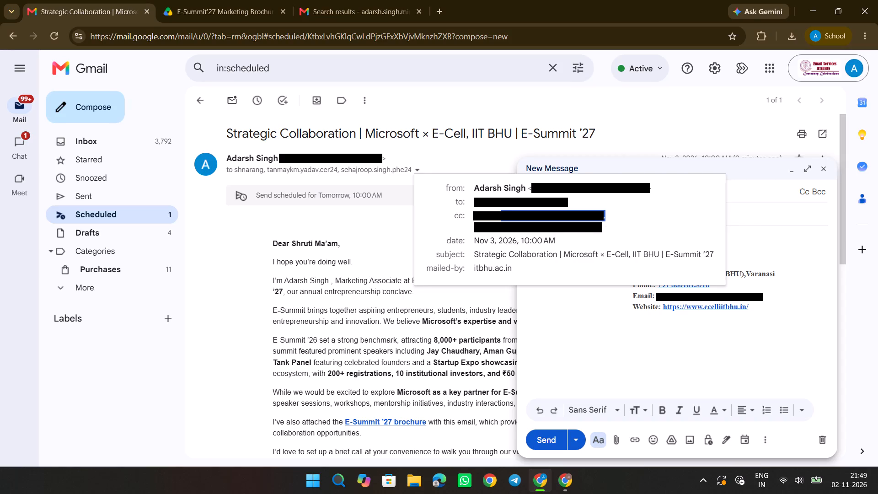
click(614, 231)
click(597, 229)
drag(602, 228, 595, 227)
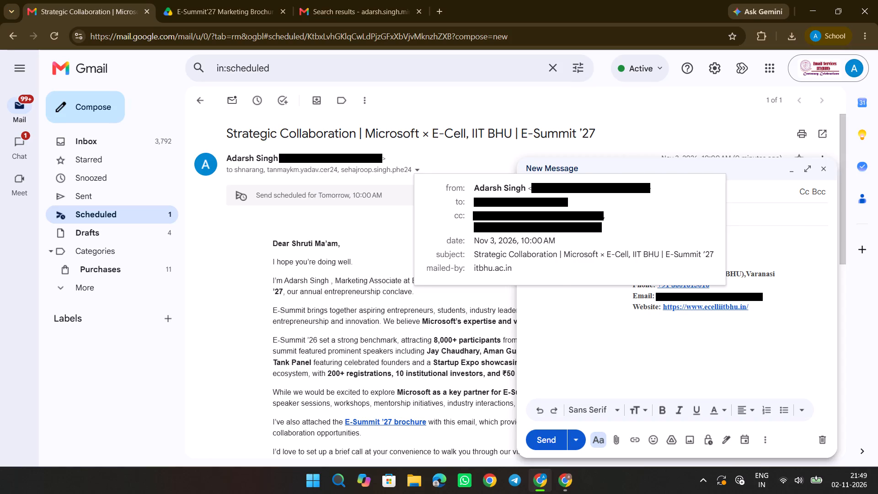
drag(595, 227, 510, 228)
drag(475, 226, 557, 222)
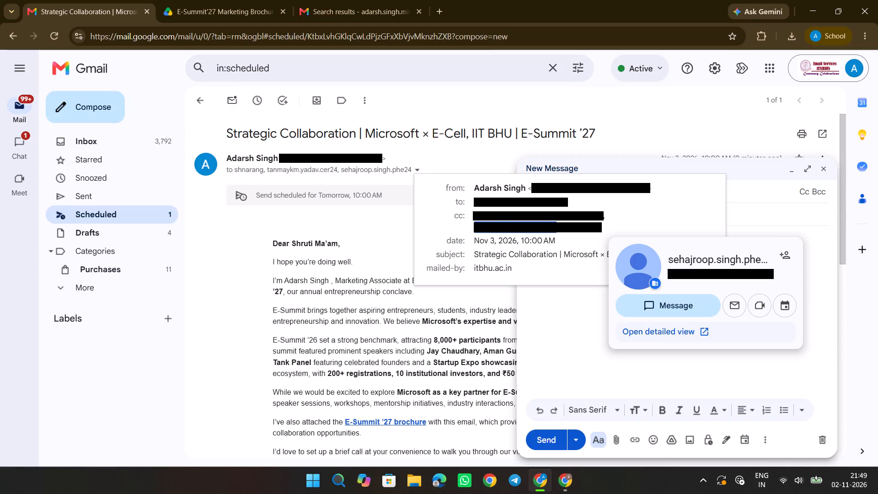
drag(557, 222, 613, 225)
key(ctrl+c)
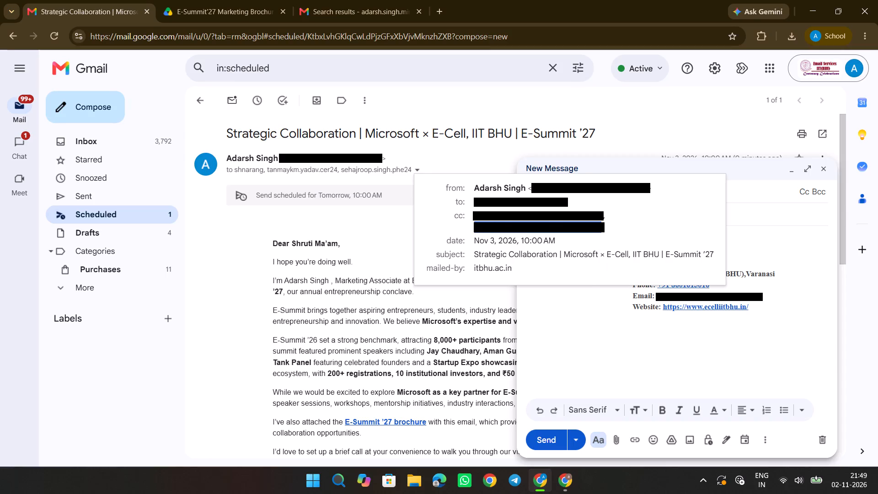
click(482, 223)
Fill the new message with its recipient, two Cc contacts, subject "Strategic Collaboration | Microsoft × E-Cell, IIT BHU | E-Summit '27" and the "Dear Sir," collaboration text.
click(783, 234)
click(562, 199)
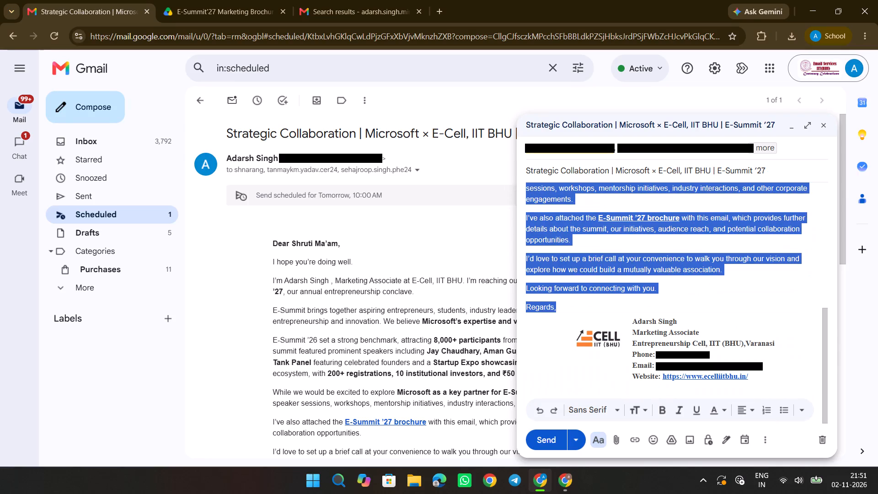
Review the new "Dear Sir," Microsoft email's text and recipients, and schedule it for Tue, Nov 3, 10:00 AM.
click(787, 285)
scroll(717, 237, up, 5)
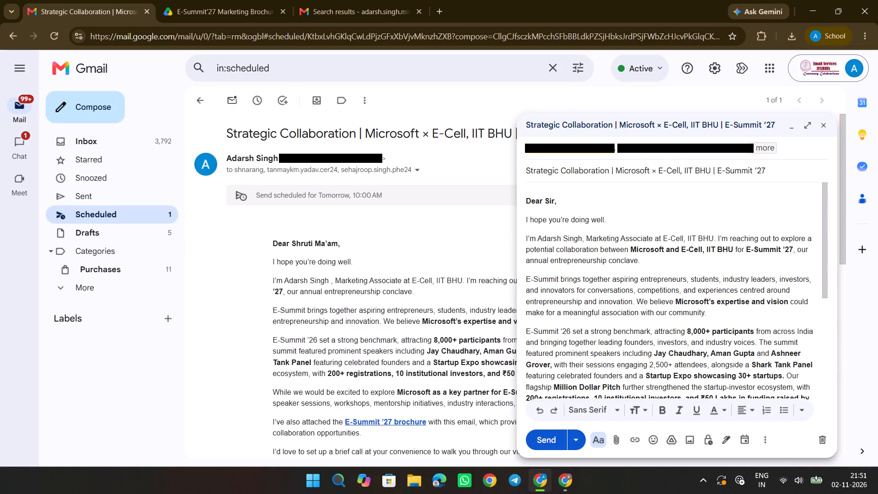
click(776, 152)
scroll(570, 442, up, 1)
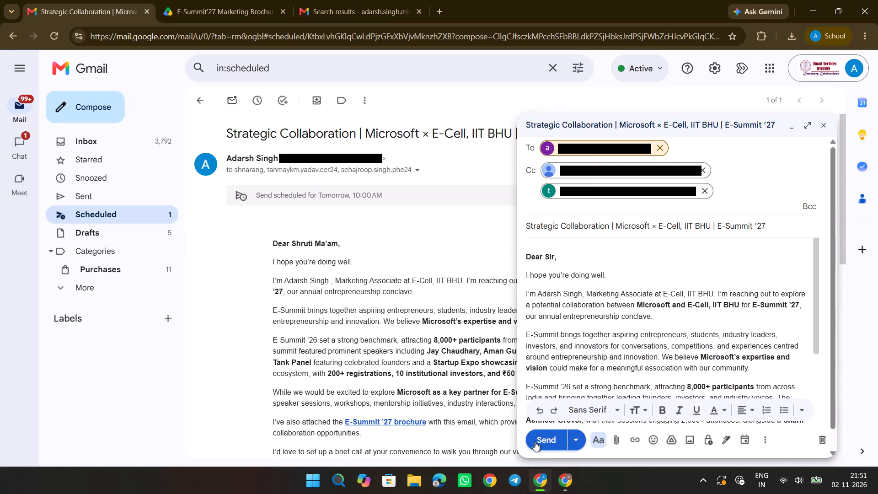
click(579, 439)
click(581, 422)
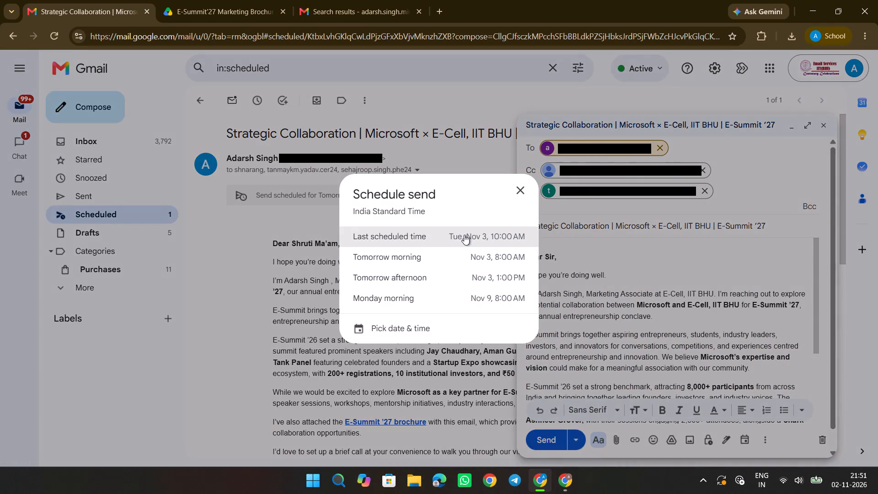
click(464, 235)
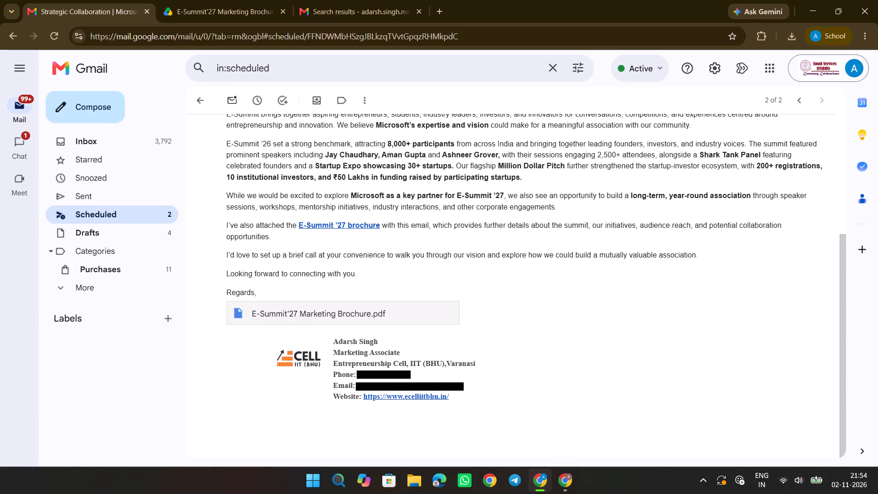